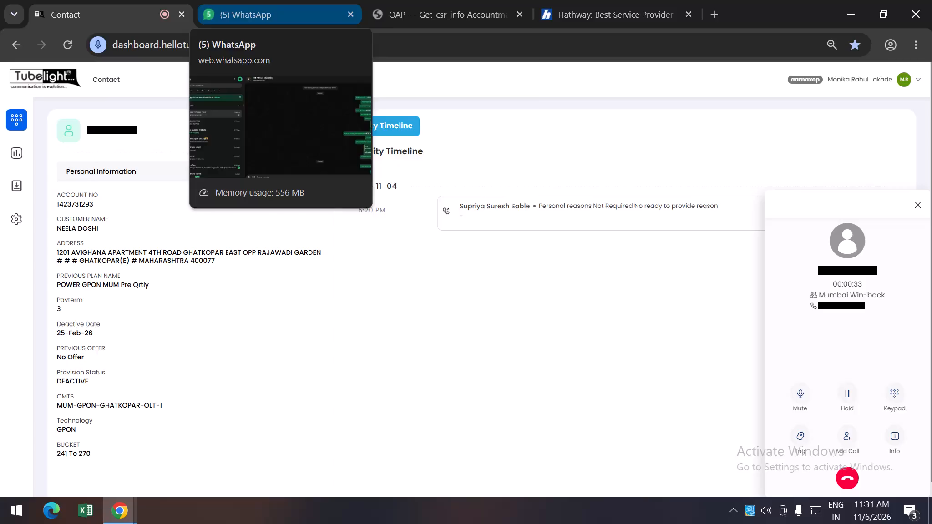
# Tag the Mumbai Win-back call with the reviews Personal reasons and Financial reasons.
pyautogui.click(813, 342)
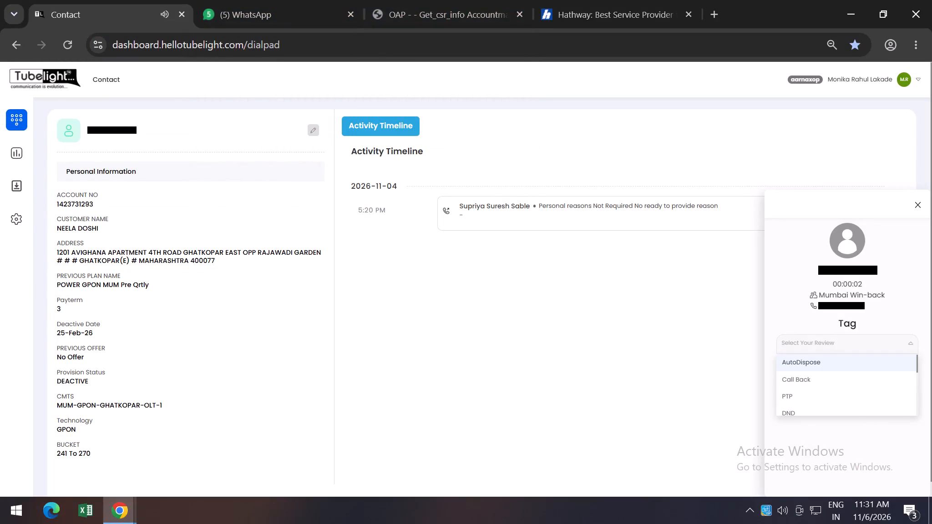
pyautogui.click(808, 338)
pyautogui.scroll(-1, 826, 380)
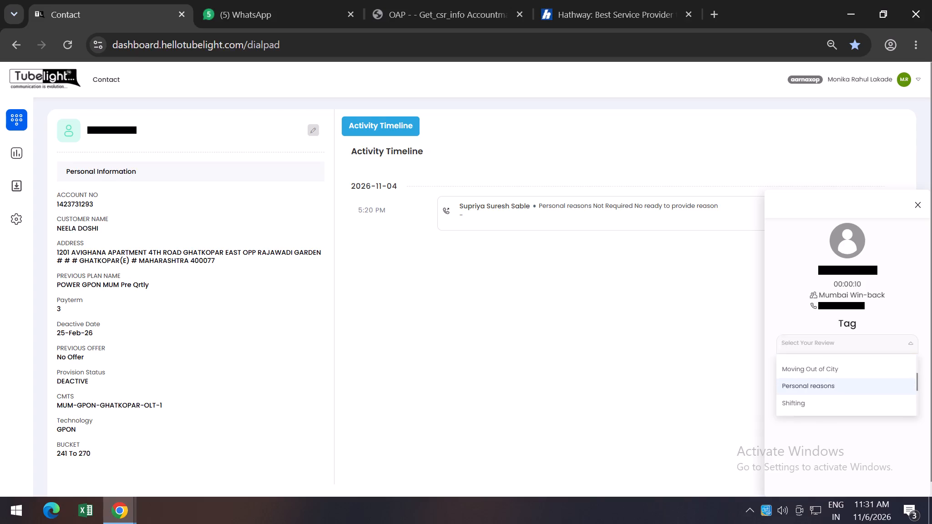
pyautogui.click(824, 386)
pyautogui.click(865, 340)
pyautogui.click(823, 373)
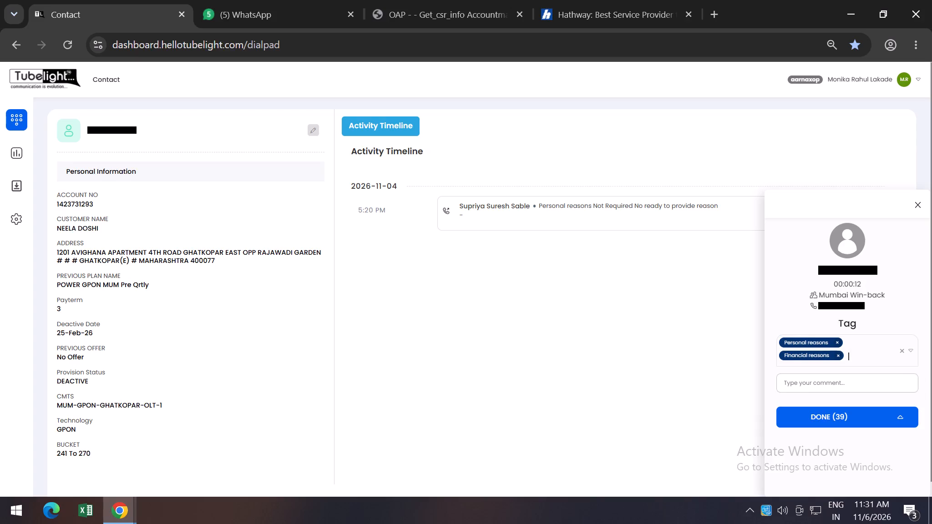
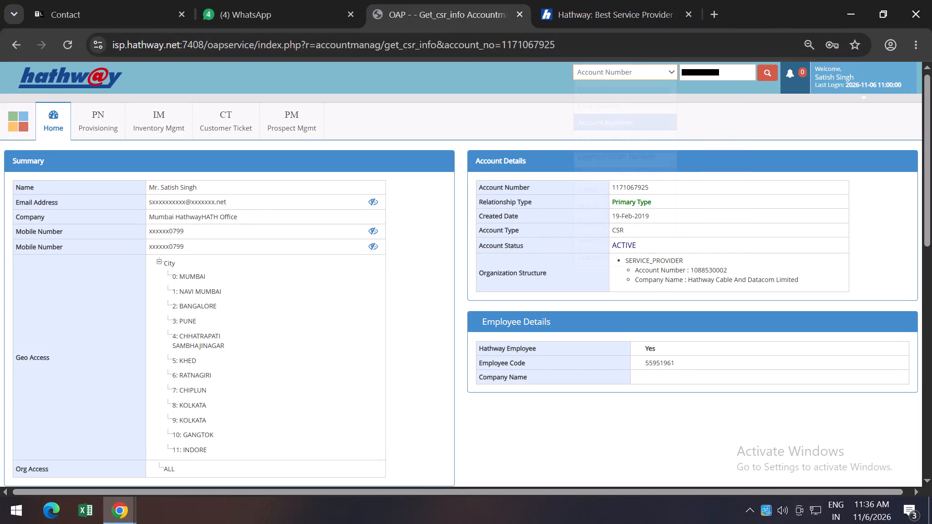
# Search the OAP portal for the customer's account by Registered Mobile Number, using the number already entered.
pyautogui.click(654, 168)
pyautogui.click(767, 71)
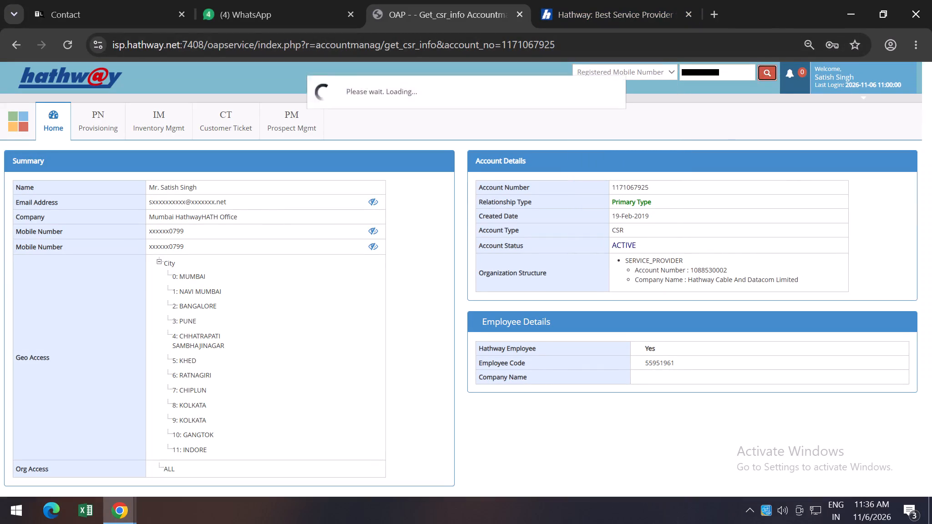
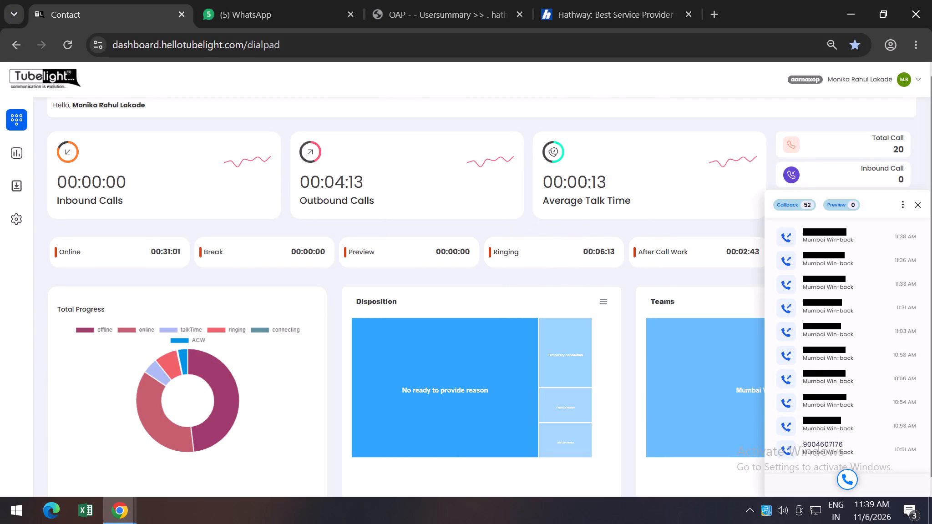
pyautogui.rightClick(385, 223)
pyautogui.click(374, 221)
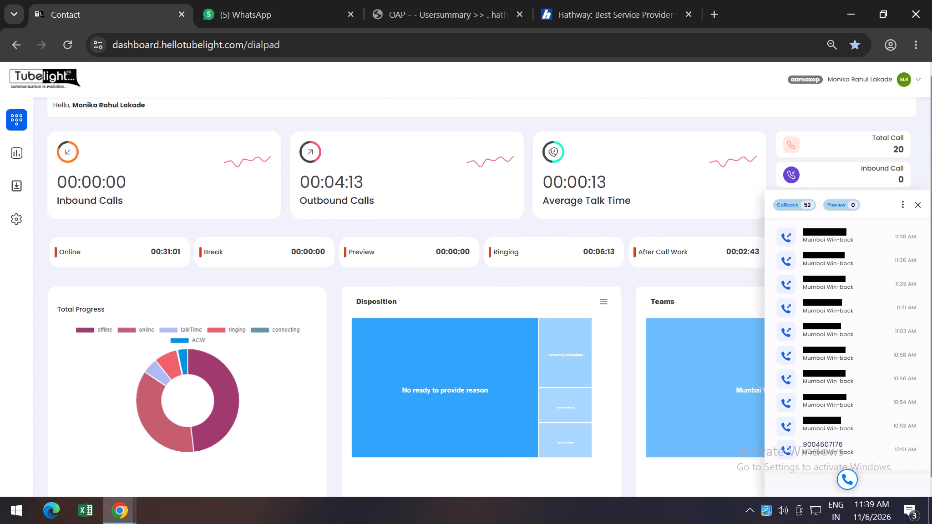
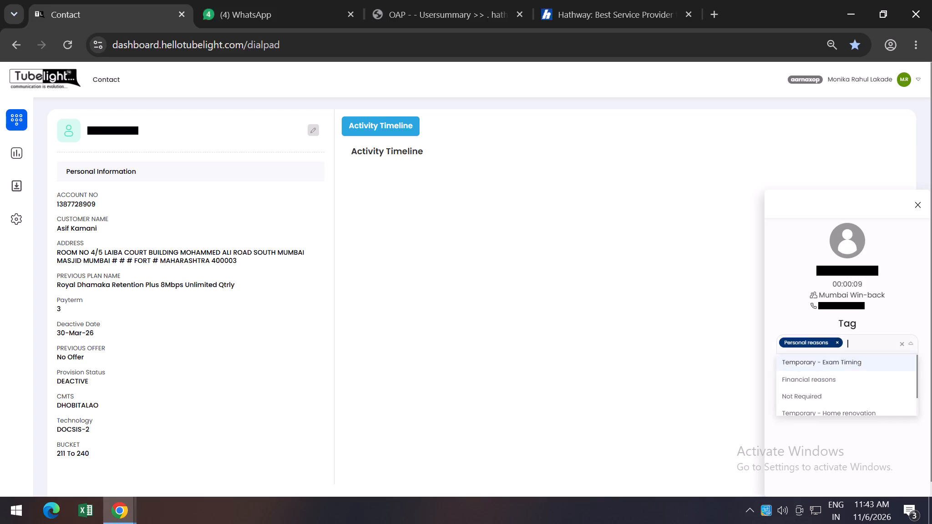
# Finish tagging the ended Mumbai Win-back call, keeping the Personal reasons tag, and submit its wrap-up.
pyautogui.moveTo(833, 398); pyautogui.dragTo(836, 393)
pyautogui.moveTo(871, 349); pyautogui.dragTo(866, 365)
pyautogui.moveTo(848, 394); pyautogui.dragTo(845, 404)
pyautogui.click(838, 434)
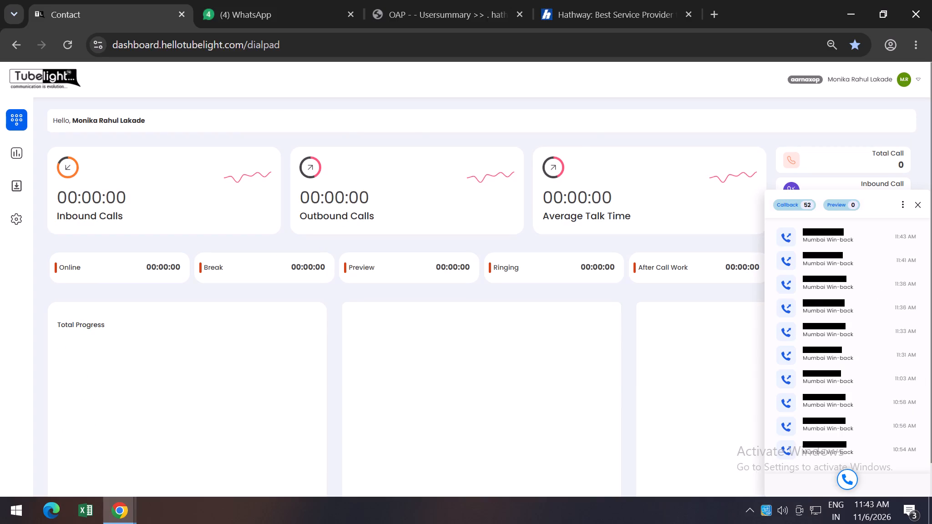
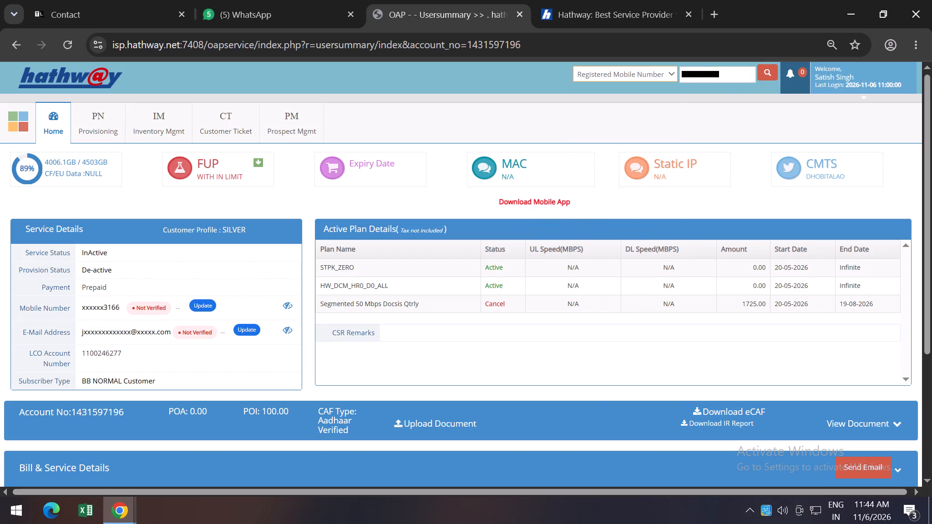
# Look up the called customer's account in the OAP portal using the registered mobile number.
pyautogui.click(765, 74)
pyautogui.click(590, 162)
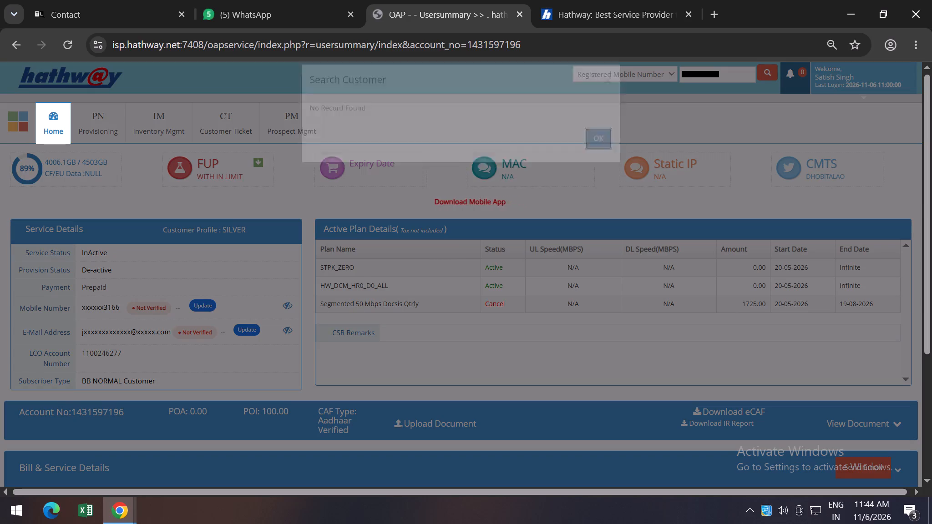
pyautogui.click(700, 81)
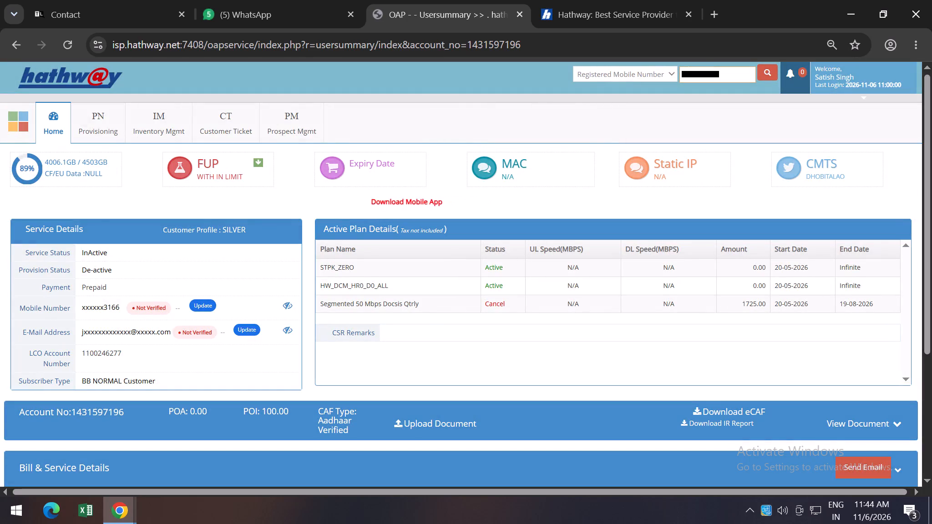
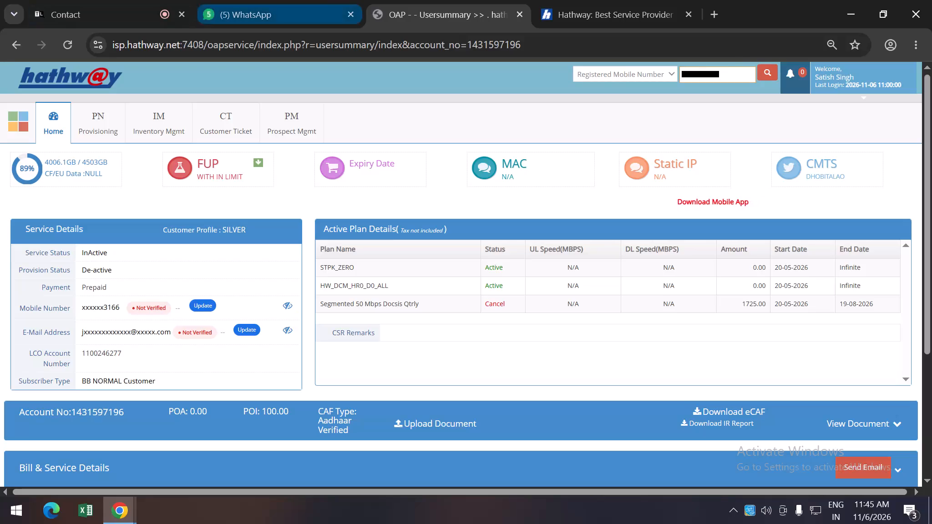
# Switch to the Tubelight dialer and end the current Mumbai Win-back call.
pyautogui.click(56, 0)
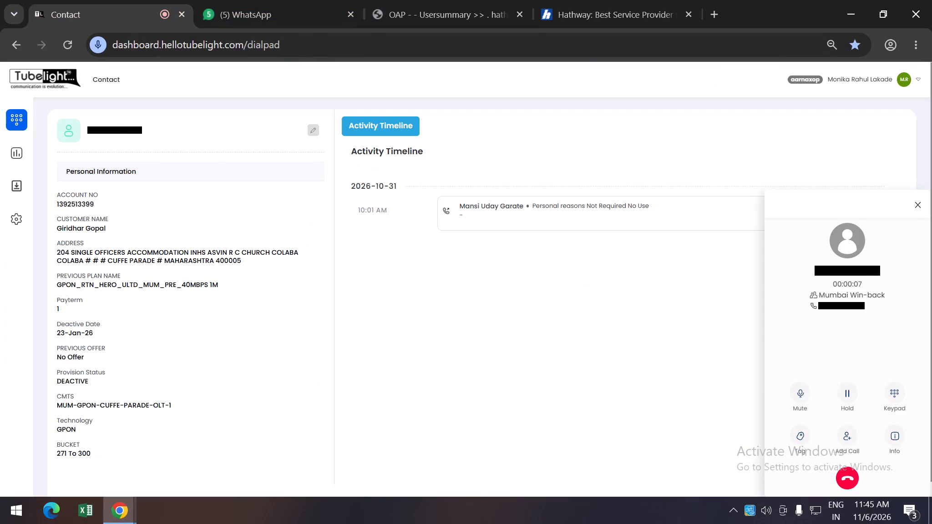
pyautogui.click(842, 484)
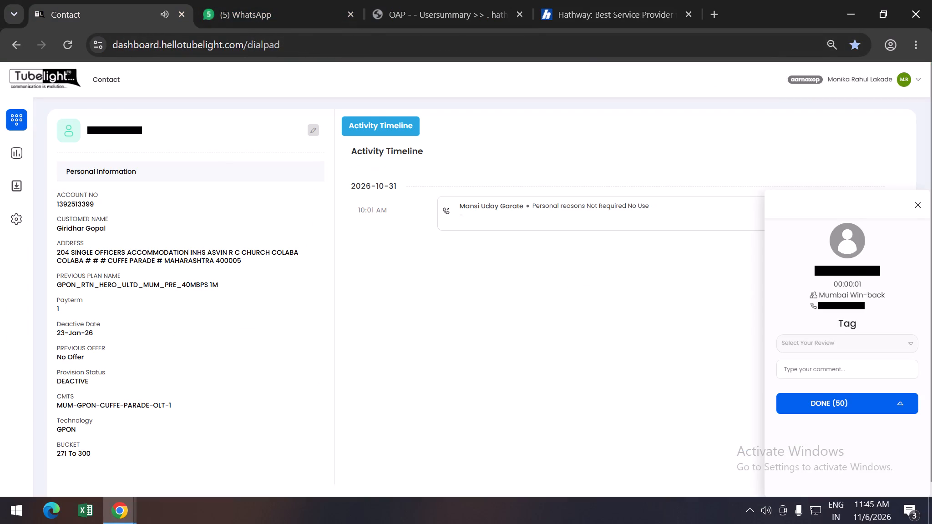
# Tag the ended call with the review reason Personal reasons.
pyautogui.click(821, 343)
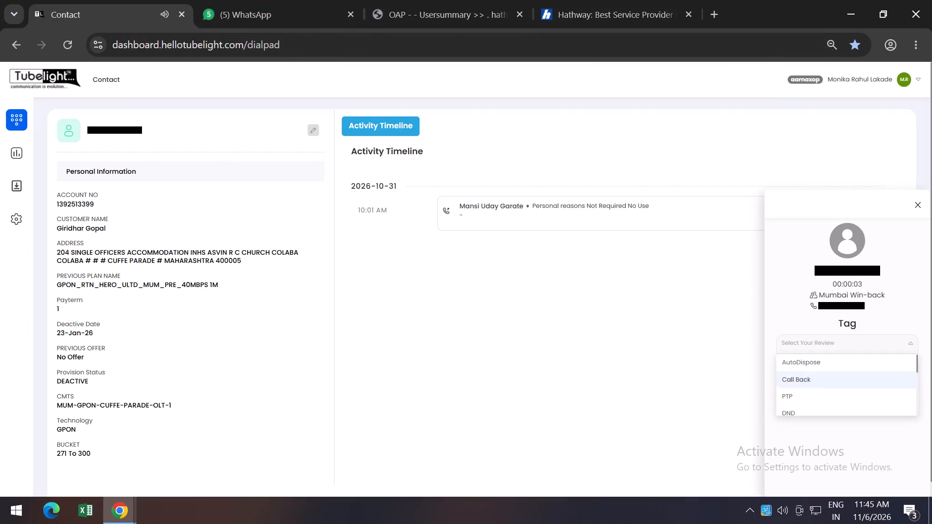
pyautogui.scroll(-2, 799, 407)
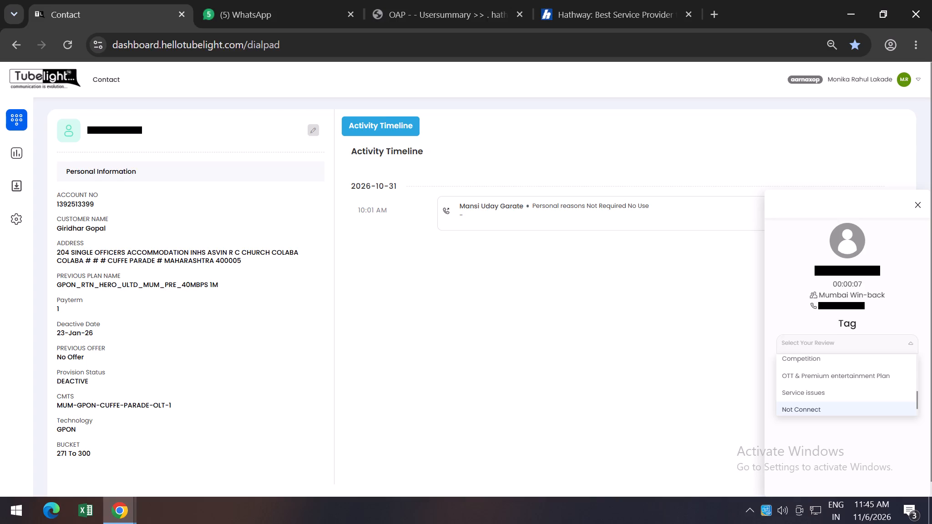
pyautogui.scroll(1, 821, 383)
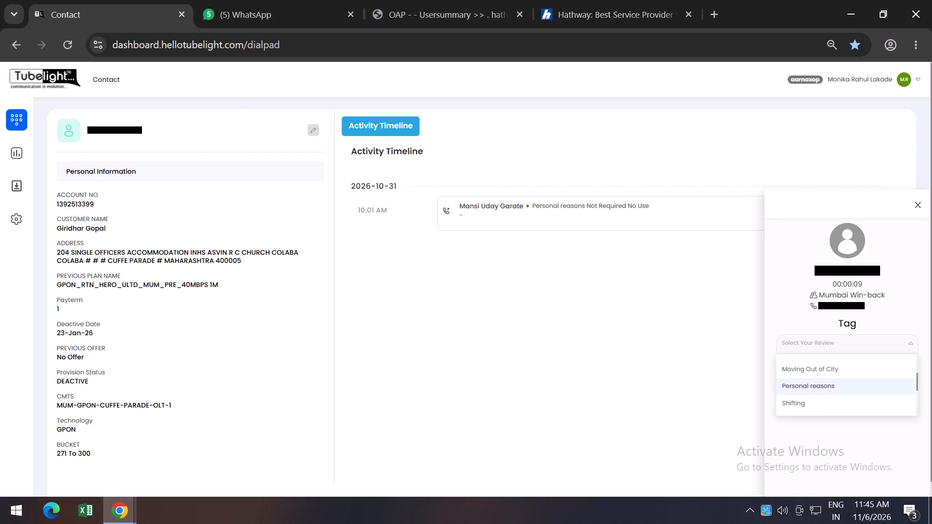
pyautogui.click(821, 386)
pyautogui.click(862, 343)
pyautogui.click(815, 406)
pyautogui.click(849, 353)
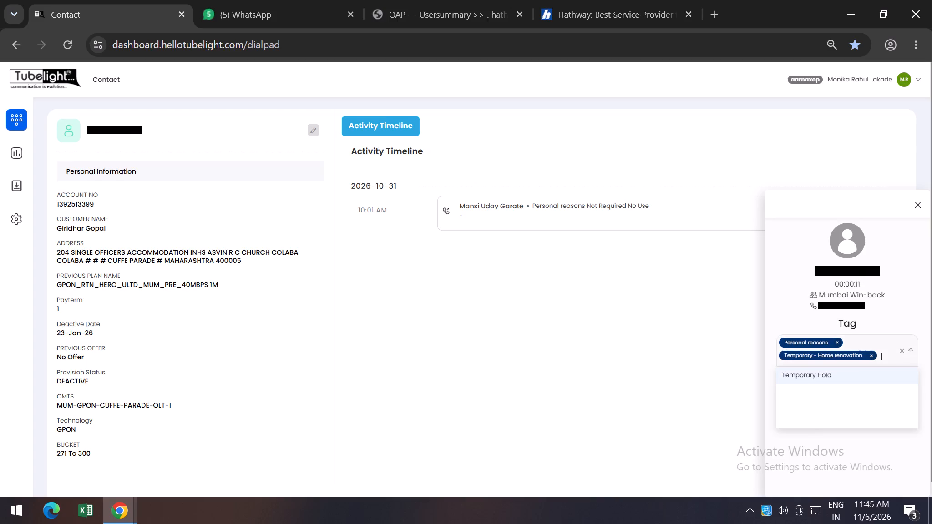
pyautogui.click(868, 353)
# Add Not Required as the sub-reason under Personal reasons in the call's tag.
pyautogui.click(863, 348)
pyautogui.click(825, 393)
pyautogui.moveTo(871, 333); pyautogui.dragTo(868, 352)
pyautogui.moveTo(849, 358); pyautogui.dragTo(844, 377)
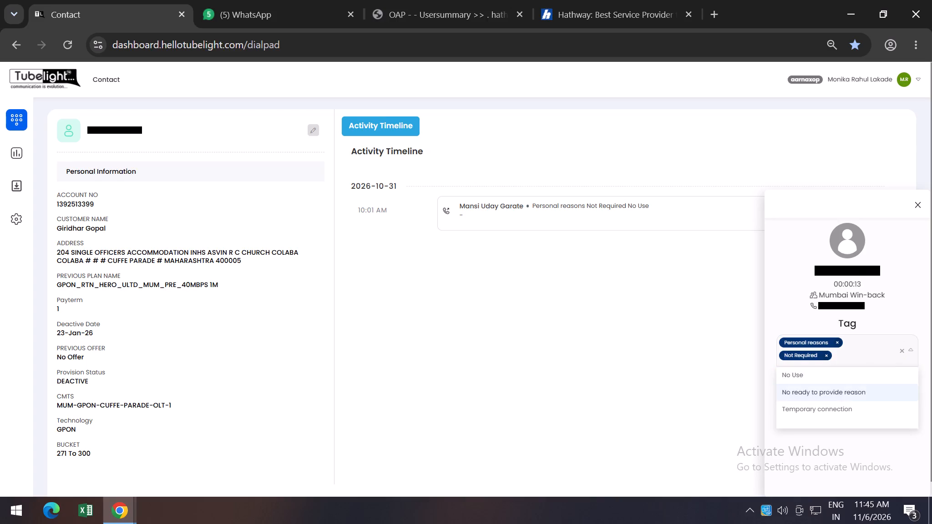
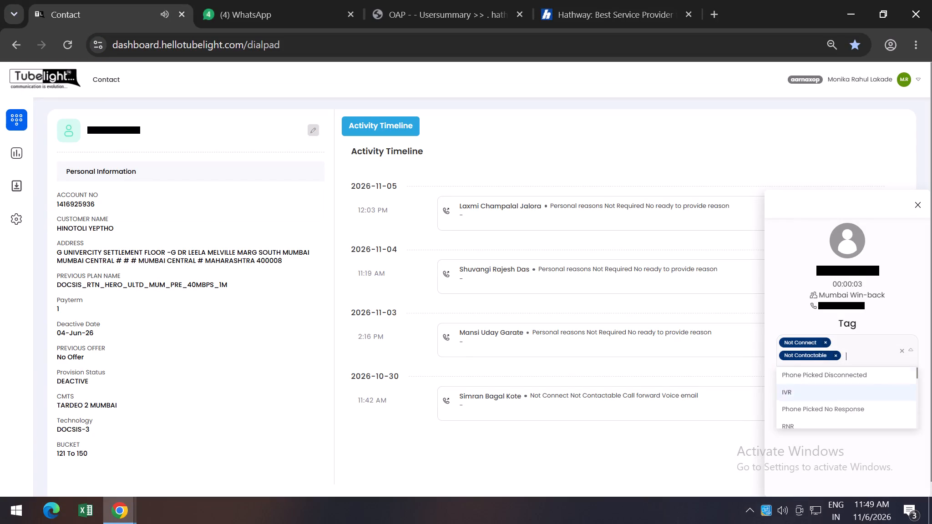
# Add Call forward Voice email as the detail under Not Connect, Not Contactable in the Mumbai Win-back call's tag.
pyautogui.scroll(-2, 819, 410)
pyautogui.click(823, 389)
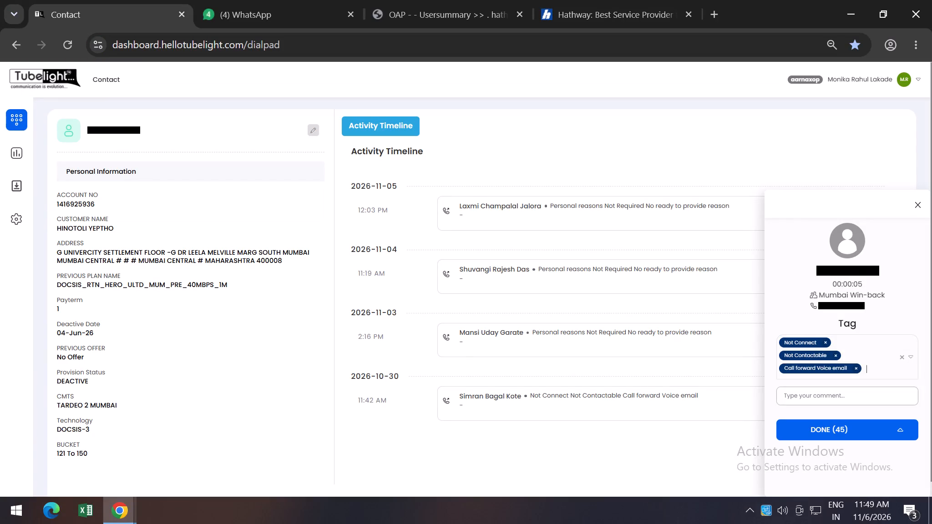
pyautogui.click(856, 360)
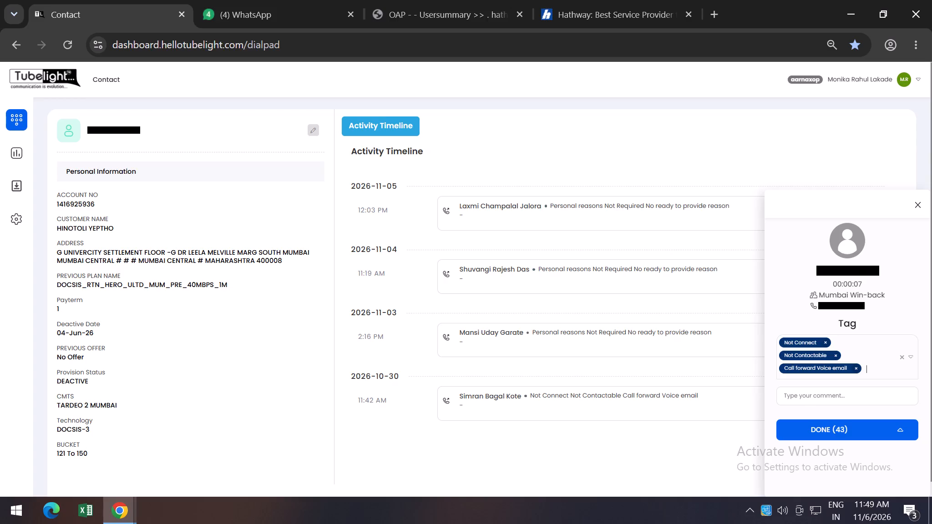
# Replace the Mumbai Win-back call's Not Connect, Not Contactable and Call forward Voice email tags with Personal reasons.
pyautogui.click(855, 368)
pyautogui.click(832, 357)
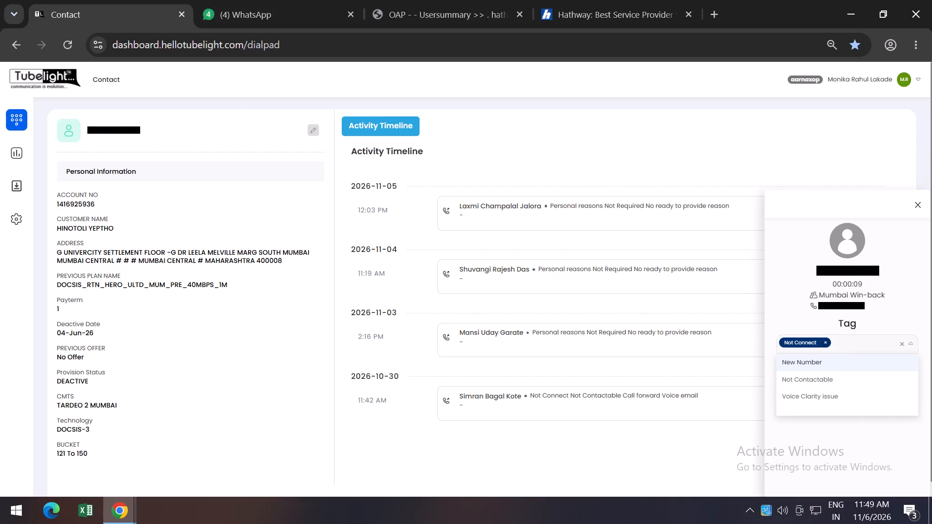
pyautogui.click(827, 350)
pyautogui.click(826, 348)
pyautogui.doubleClick(826, 348)
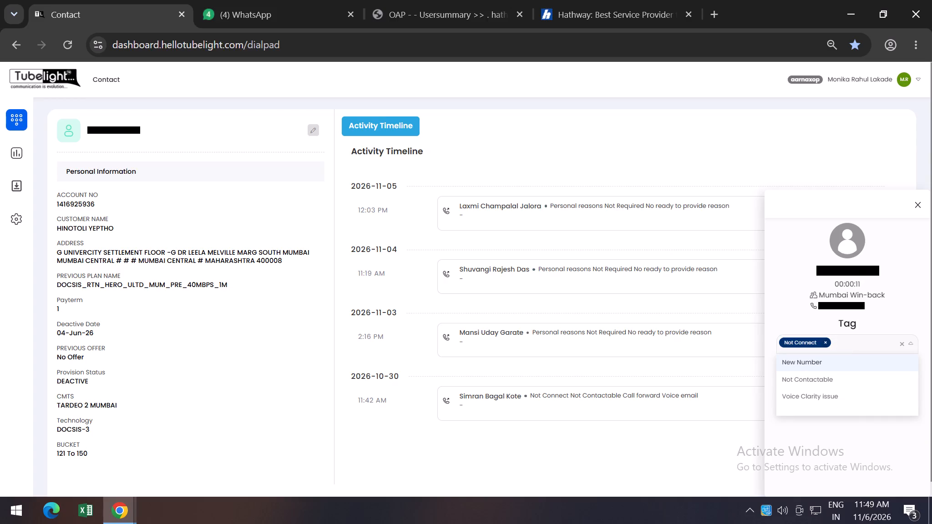
pyautogui.click(825, 344)
pyautogui.scroll(-1, 818, 388)
pyautogui.click(817, 390)
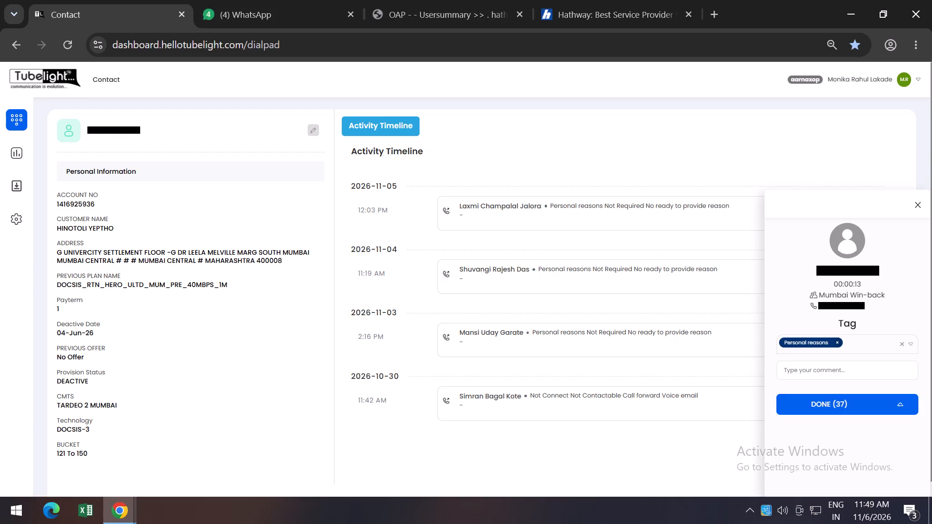
# Open the sub-reason choices under Personal reasons in the call's tag.
pyautogui.click(853, 338)
pyautogui.click(842, 367)
pyautogui.click(858, 357)
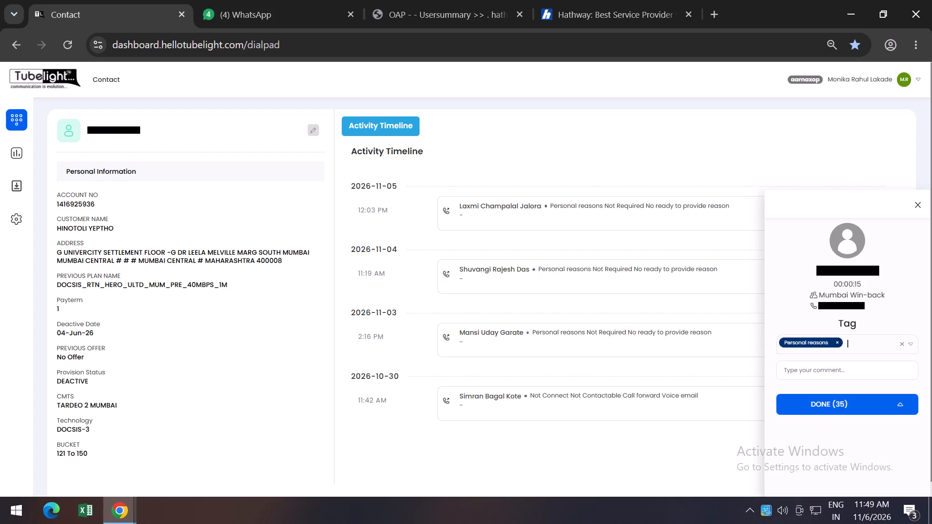
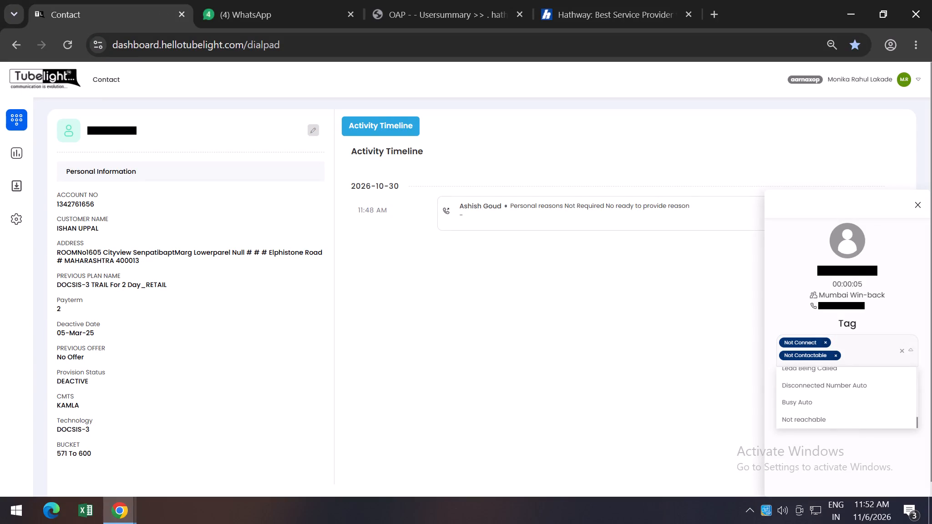
# Locate the detail reason under Not Connect, Not Contactable for the Mumbai Win-back call's tag.
pyautogui.scroll(-2, 841, 390)
pyautogui.scroll(3, 842, 398)
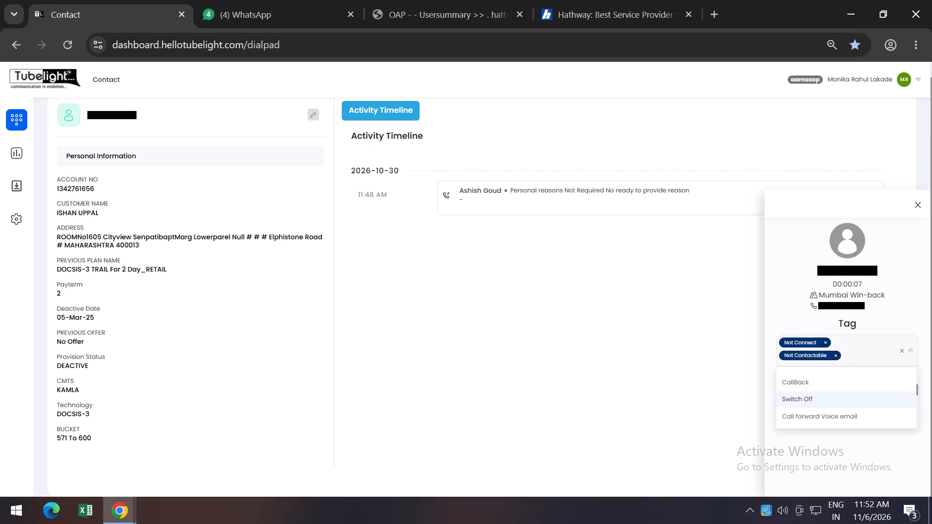
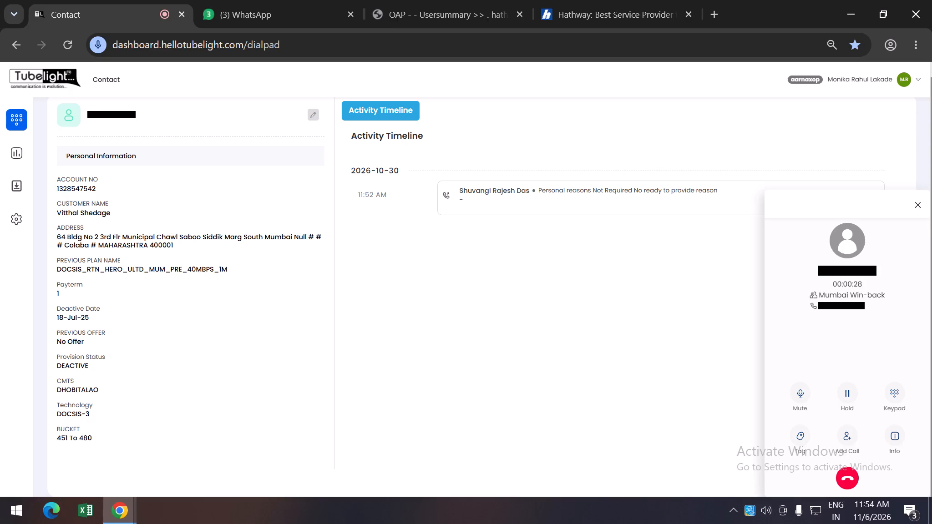
# Select the account number in the current Mumbai Win-back caller's personal information.
pyautogui.doubleClick(861, 271)
pyautogui.tripleClick(861, 271)
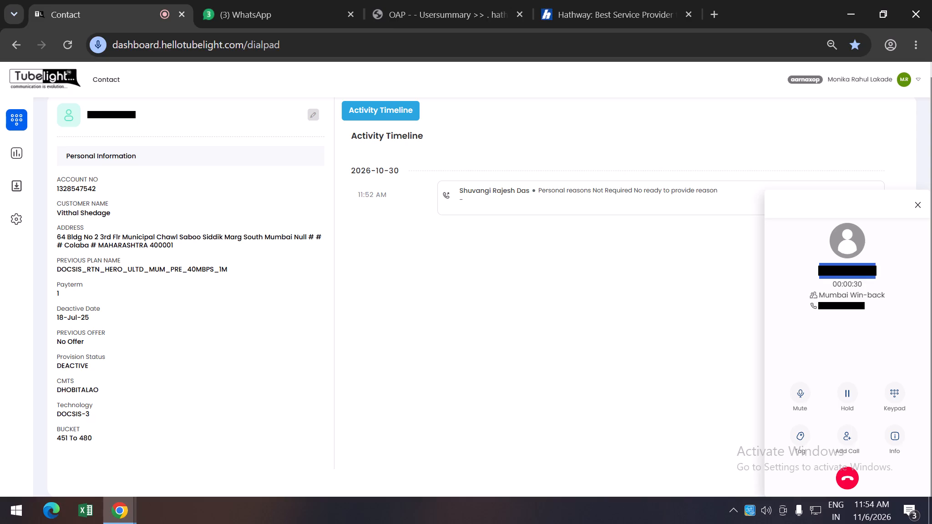
pyautogui.tripleClick(89, 193)
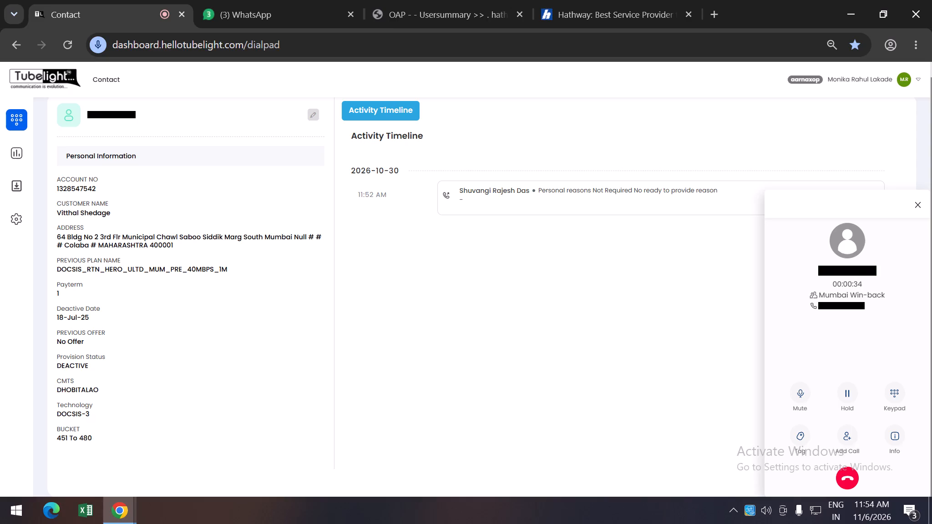
pyautogui.tripleClick(89, 193)
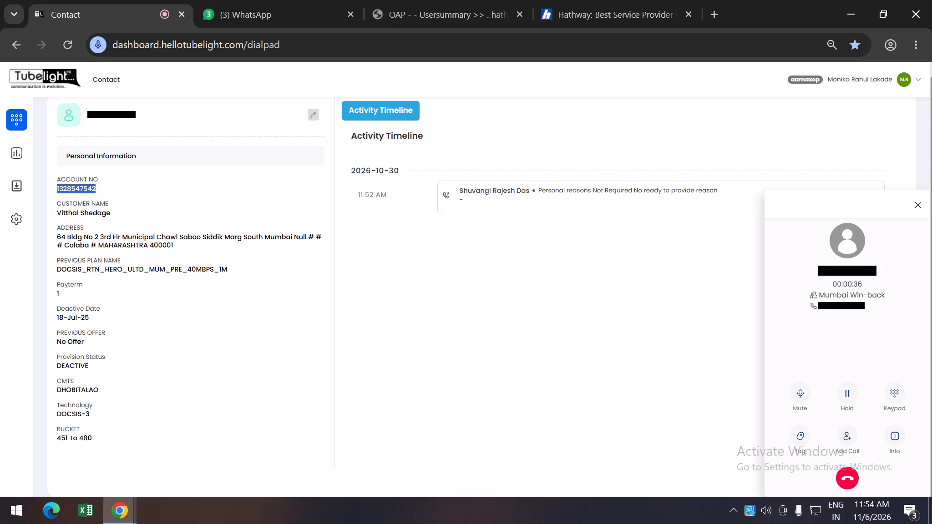
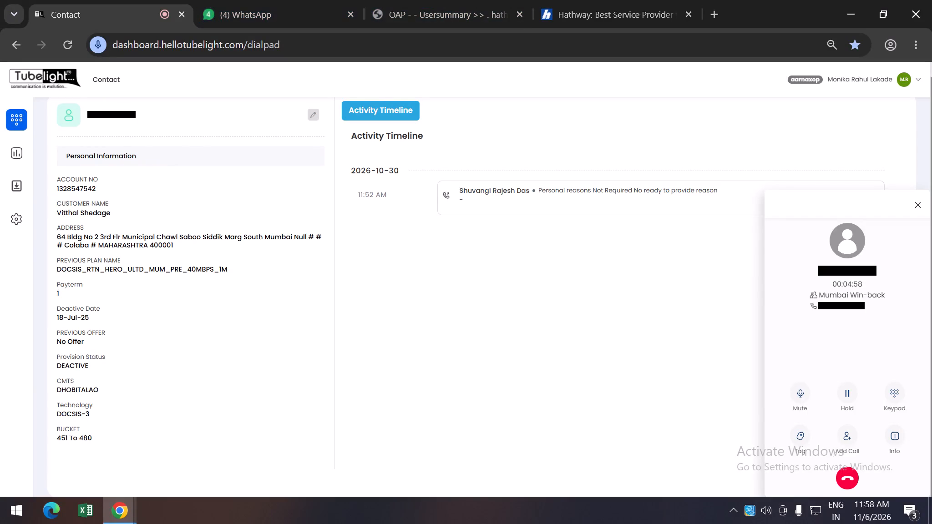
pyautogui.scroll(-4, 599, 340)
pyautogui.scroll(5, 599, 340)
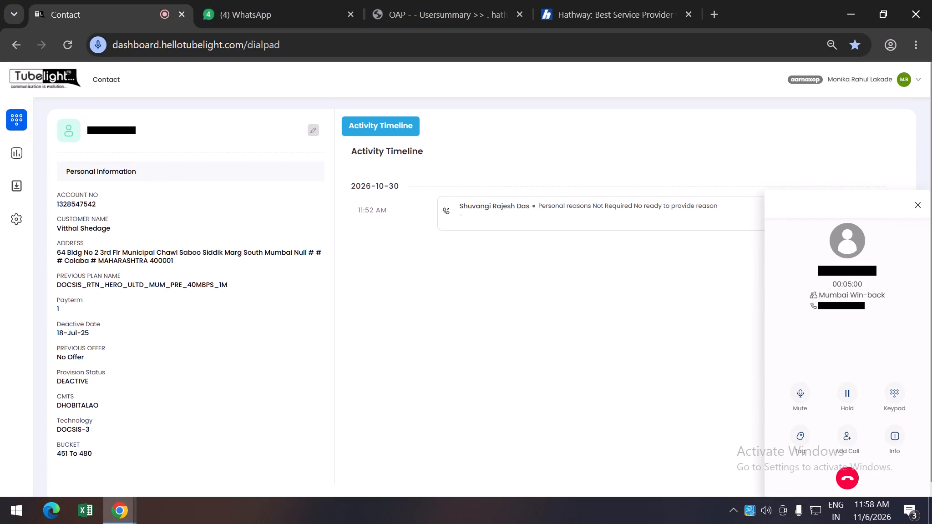
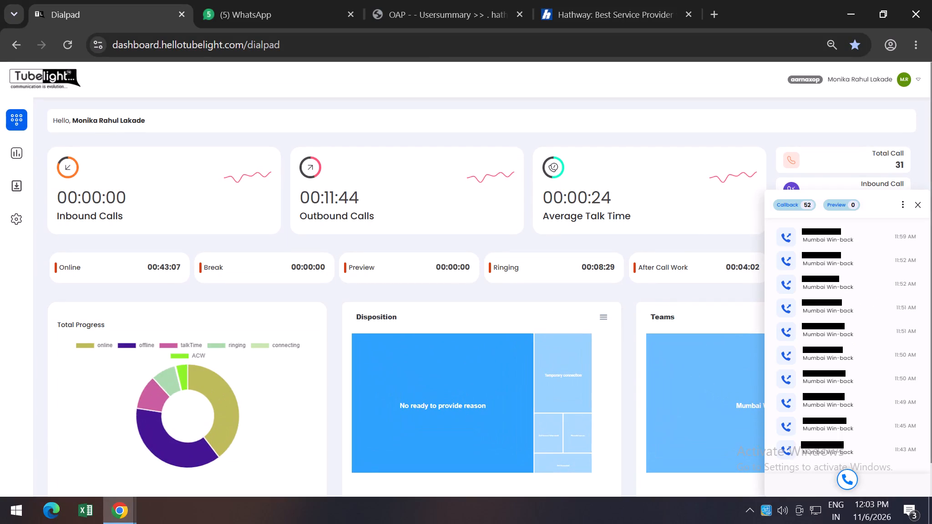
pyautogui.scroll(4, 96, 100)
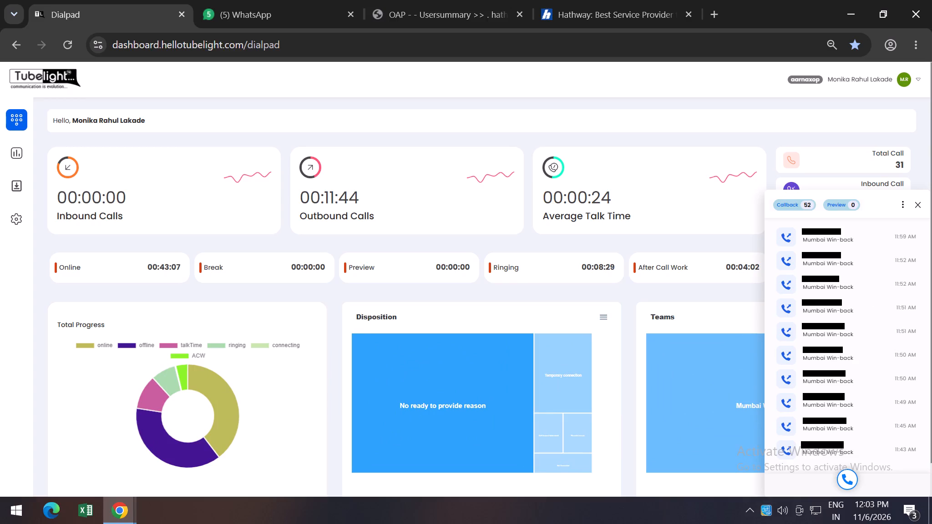
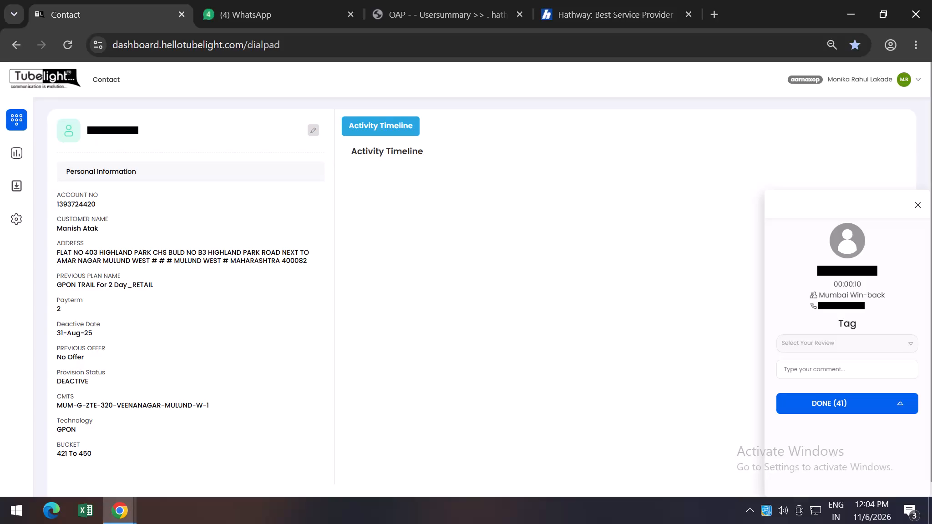
# Tag the Mumbai Win-back call with Personal reasons, Not Required and No ready to provide reason, and submit it.
pyautogui.click(791, 340)
pyautogui.scroll(-1, 812, 405)
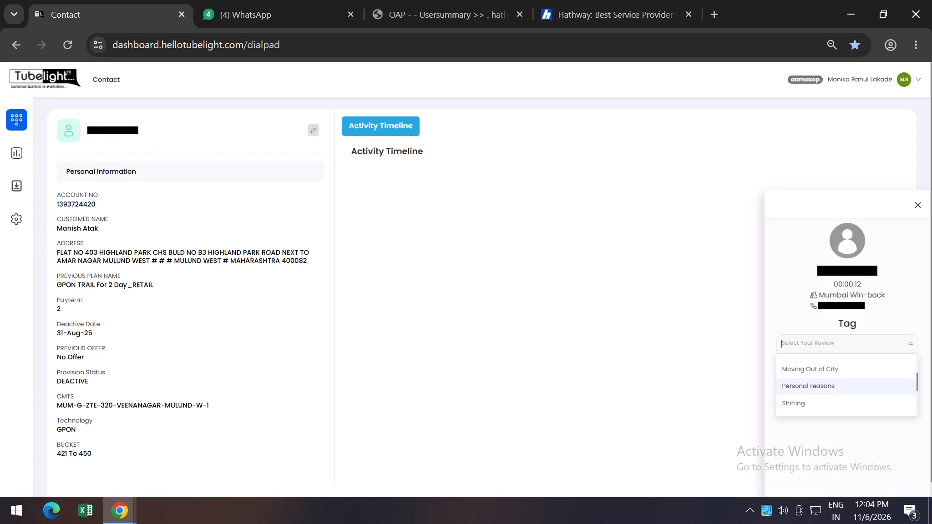
pyautogui.click(825, 387)
pyautogui.click(876, 347)
pyautogui.moveTo(830, 393); pyautogui.dragTo(834, 388)
pyautogui.moveTo(850, 364); pyautogui.dragTo(847, 371)
pyautogui.click(834, 398)
pyautogui.click(838, 433)
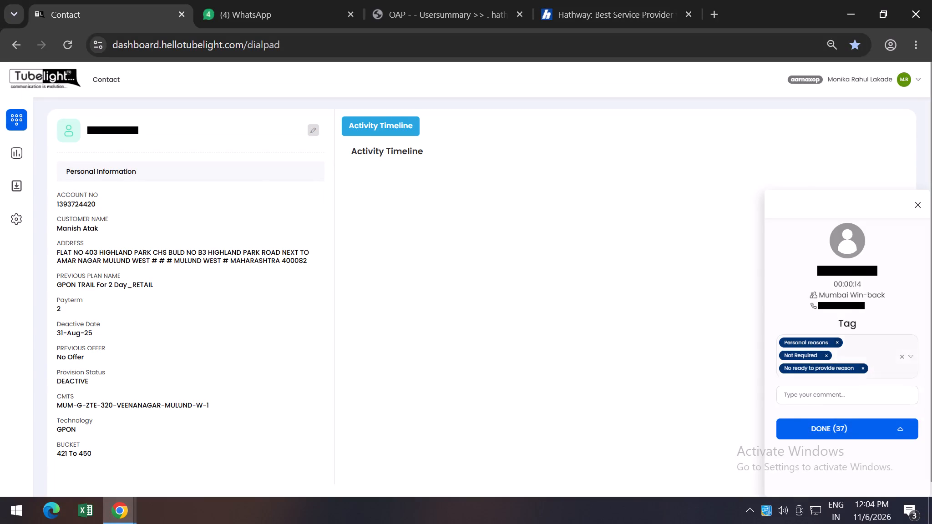